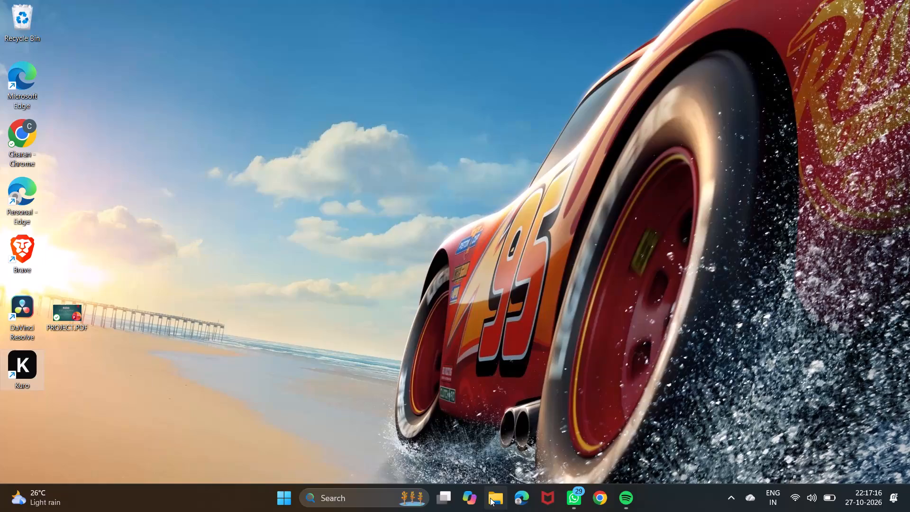
Open the ECS_Review-3 presentation from the recent files in File Explorer.
left_click(490, 498)
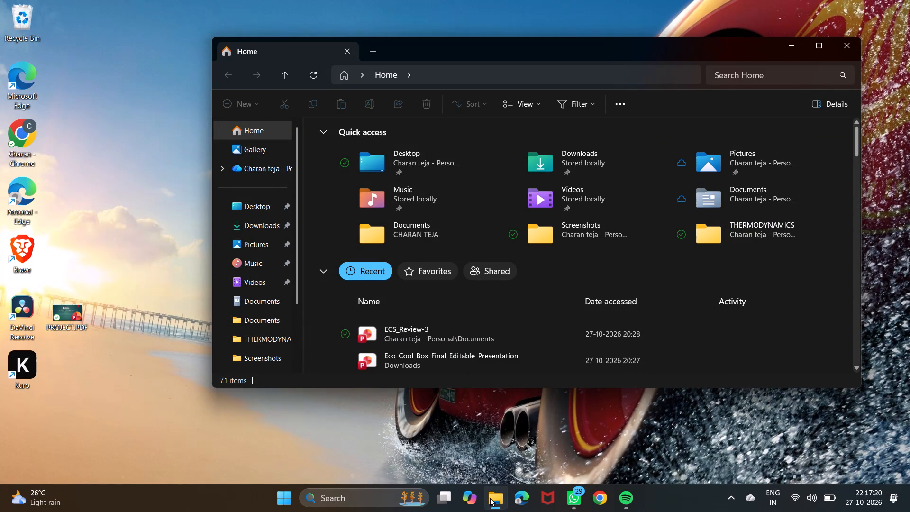
left_click(255, 301)
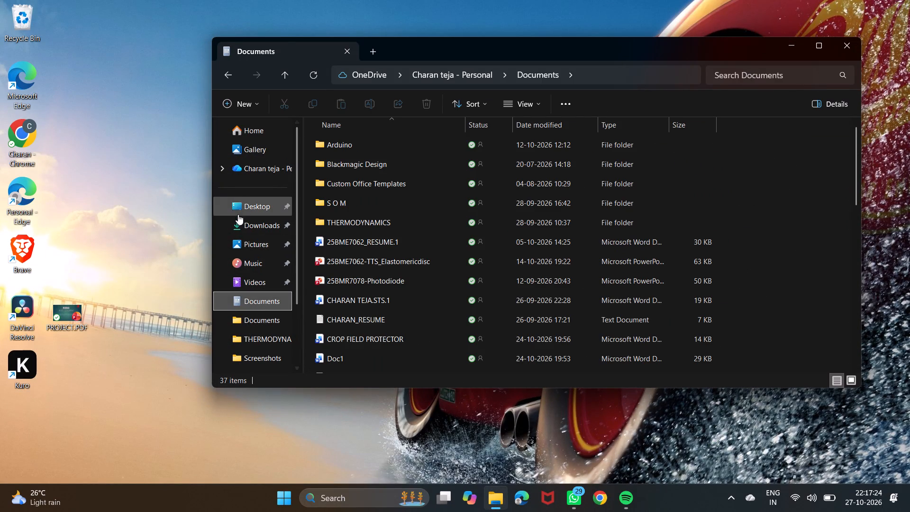
left_click(265, 219)
left_click(249, 127)
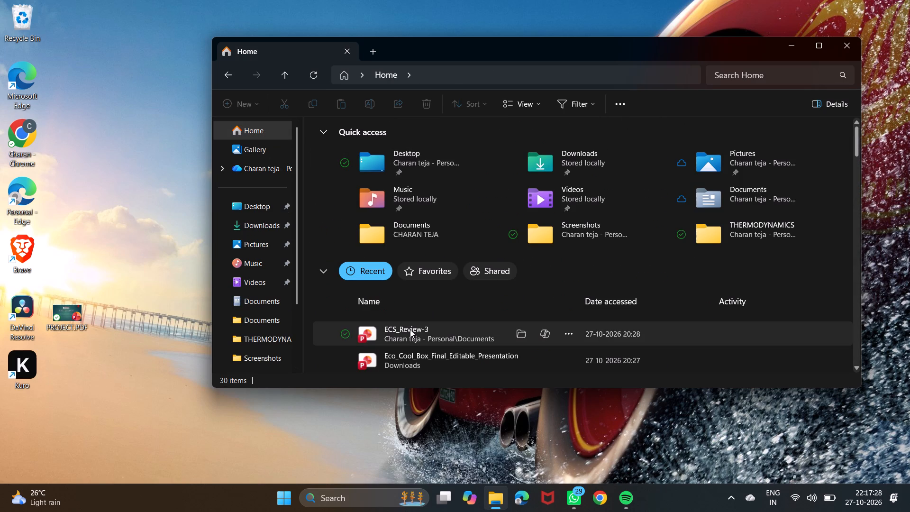
double_click(410, 329)
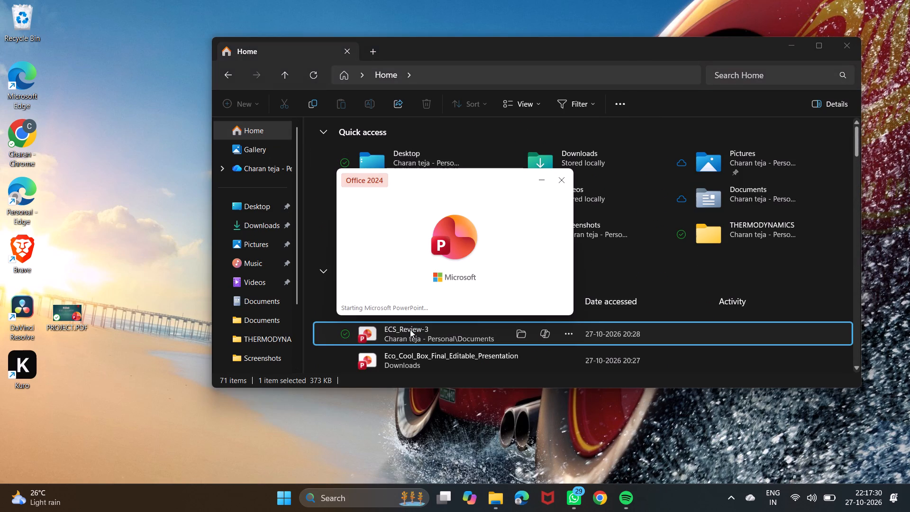
Review the slides of the ECS_Review-3 presentation from the title slide through Final Goal & Conclusion, and close it.
scroll(430, 264, "down", 1)
scroll(430, 264, "up", 1)
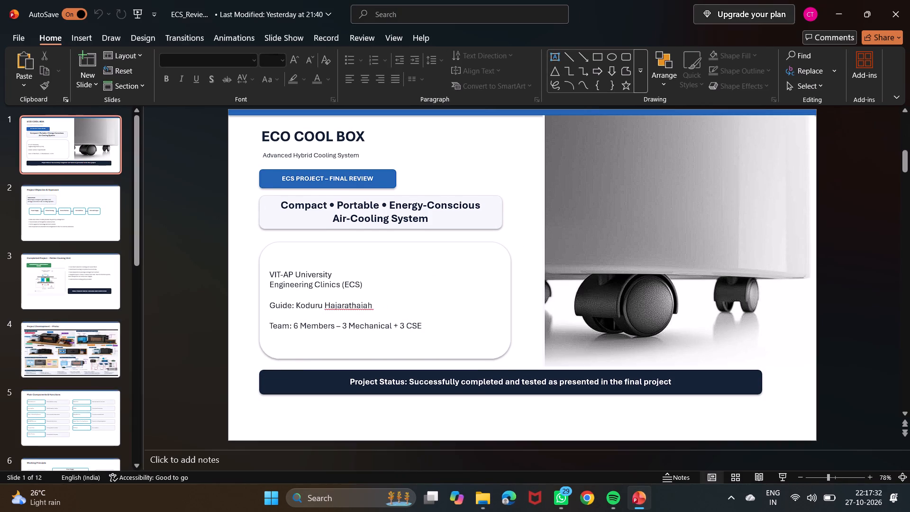
scroll(430, 264, "up", 1)
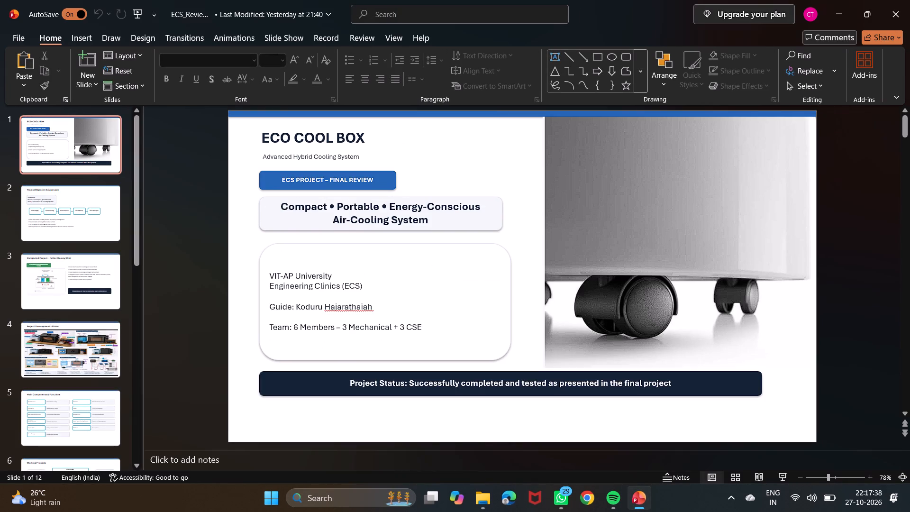
scroll(370, 285, "down", 1)
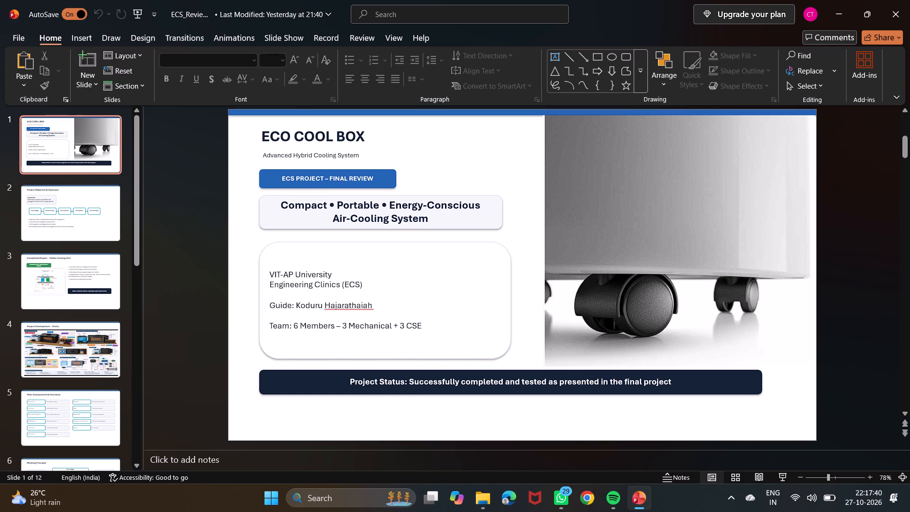
scroll(370, 285, "down", 1)
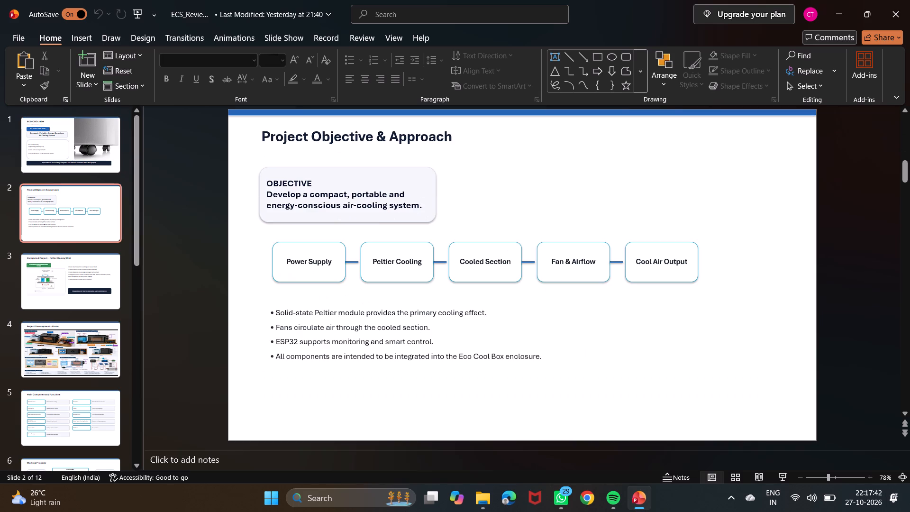
key("Down")
key("Down")
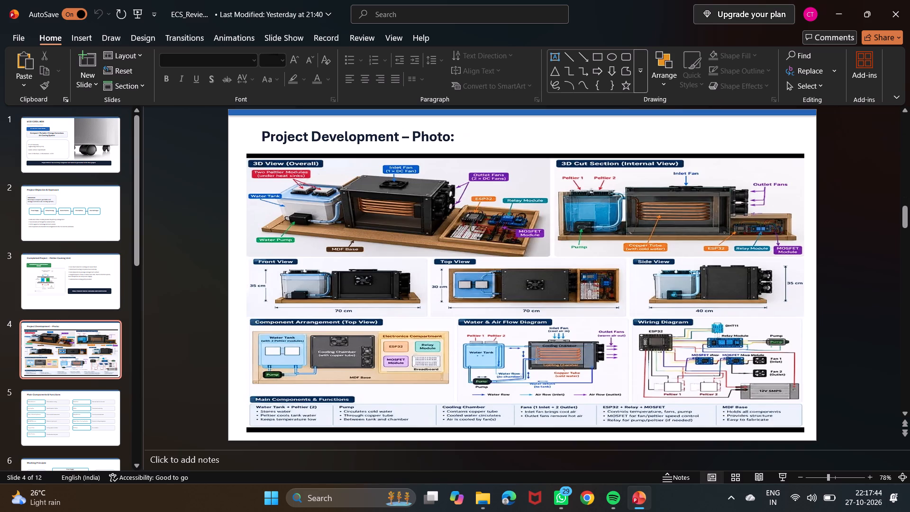
key("Down")
key("Down")
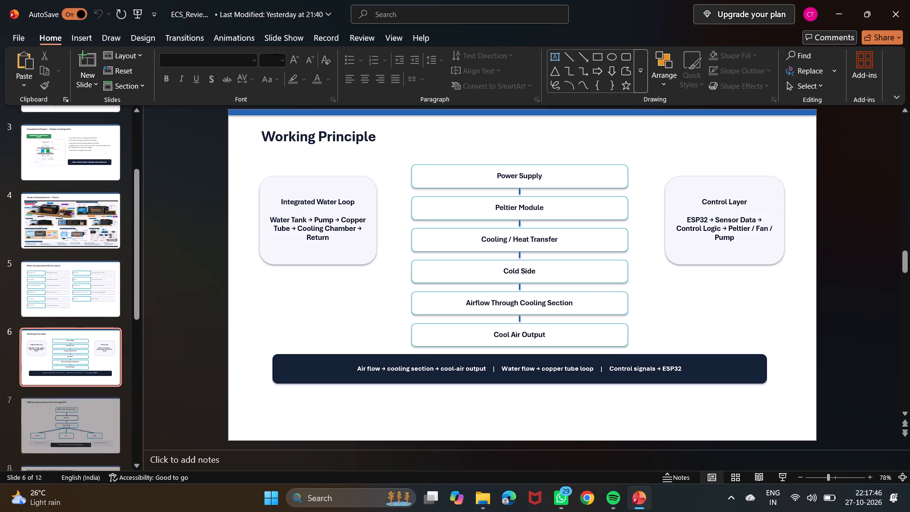
key("Down")
key("Down")
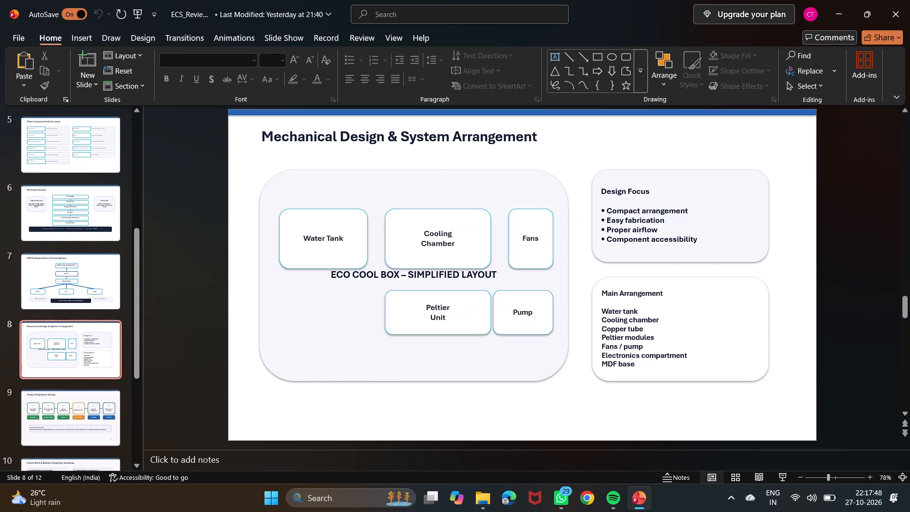
key("Down")
key("Down")
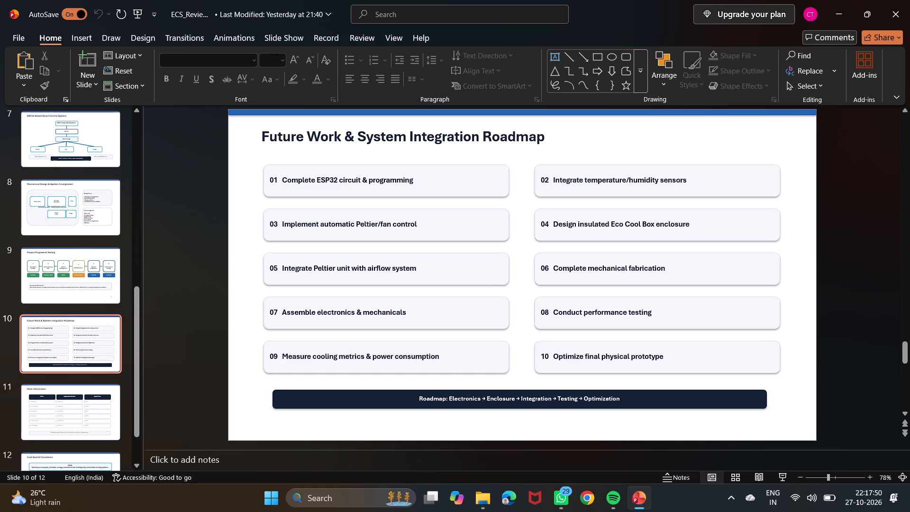
key("Down")
key("Down")
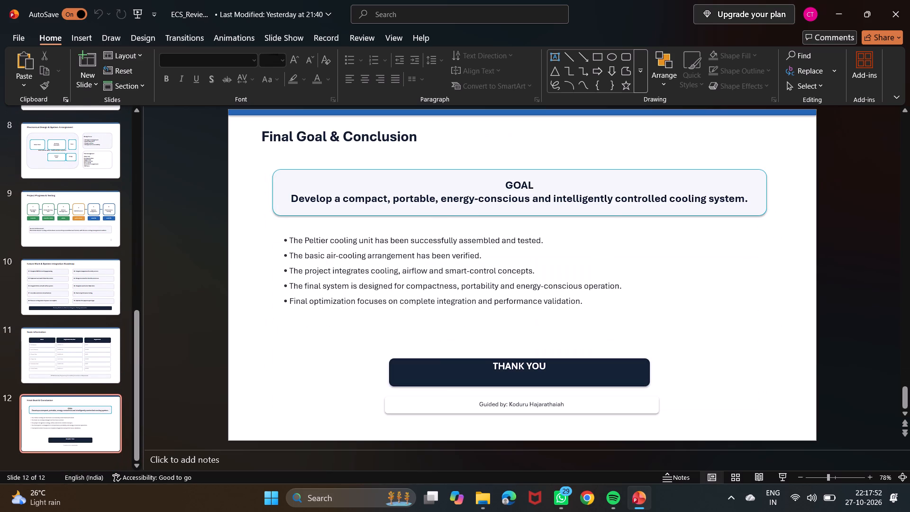
key("Up")
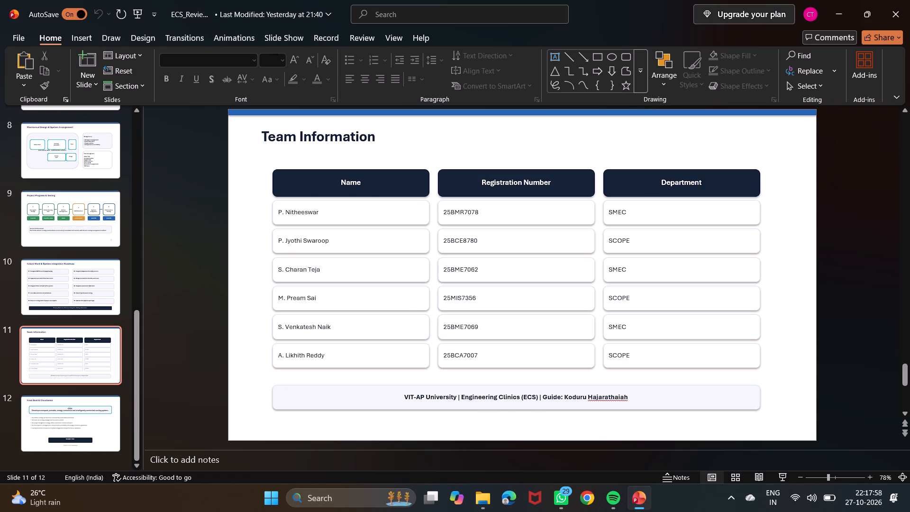
key("Down")
key("Down")
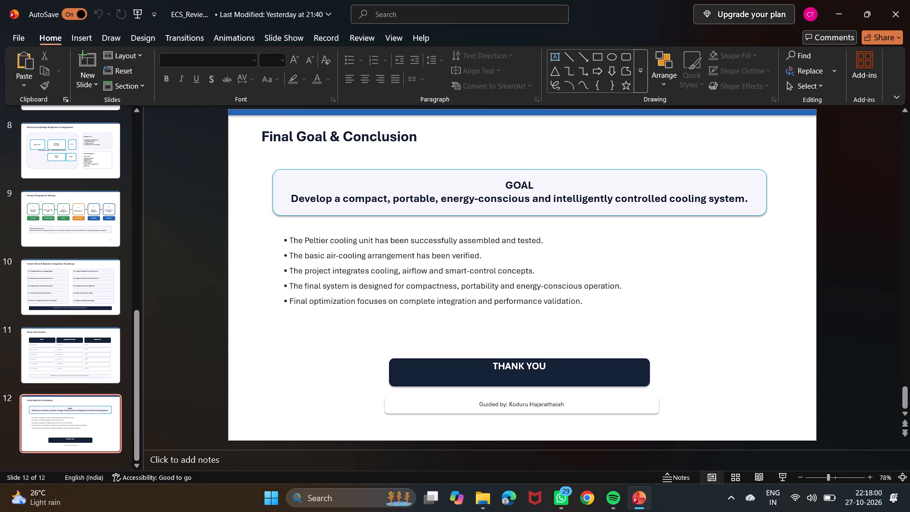
left_click(901, 6)
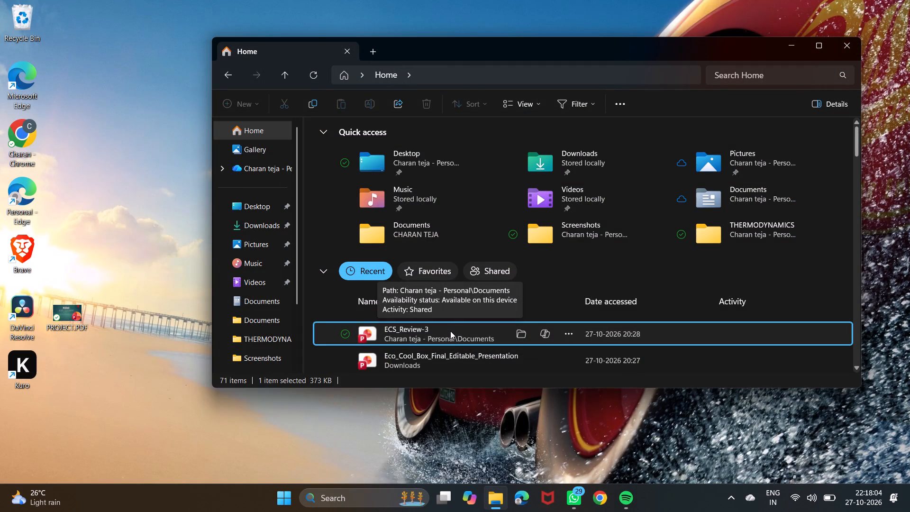
Switch to Google Chrome in a new browser window.
left_click(356, 501)
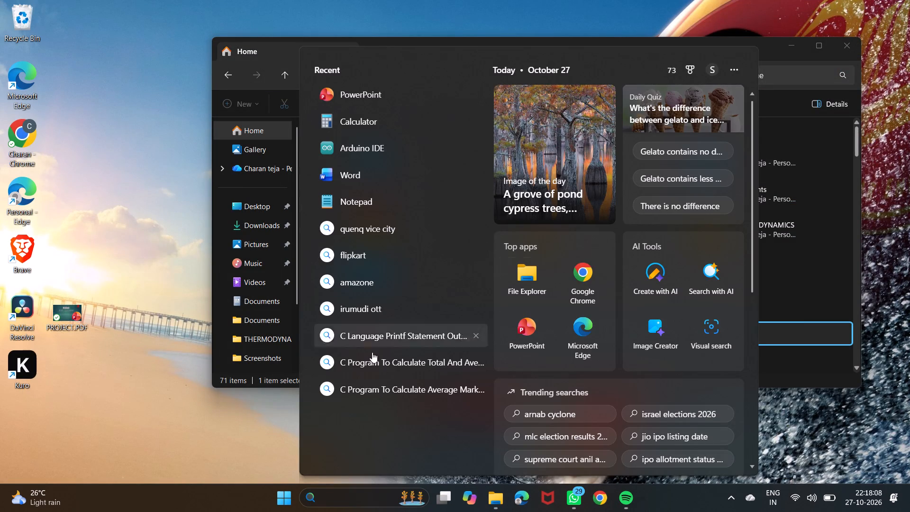
left_click(581, 288)
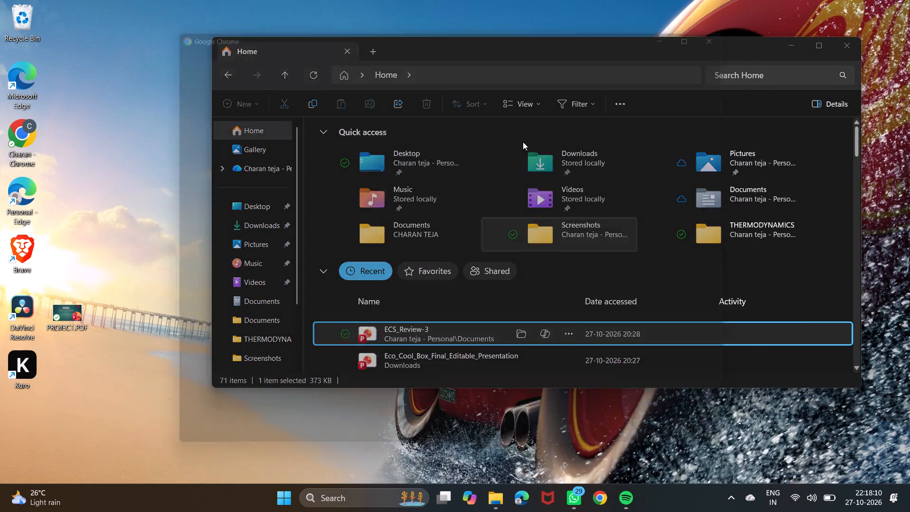
left_click(309, 268)
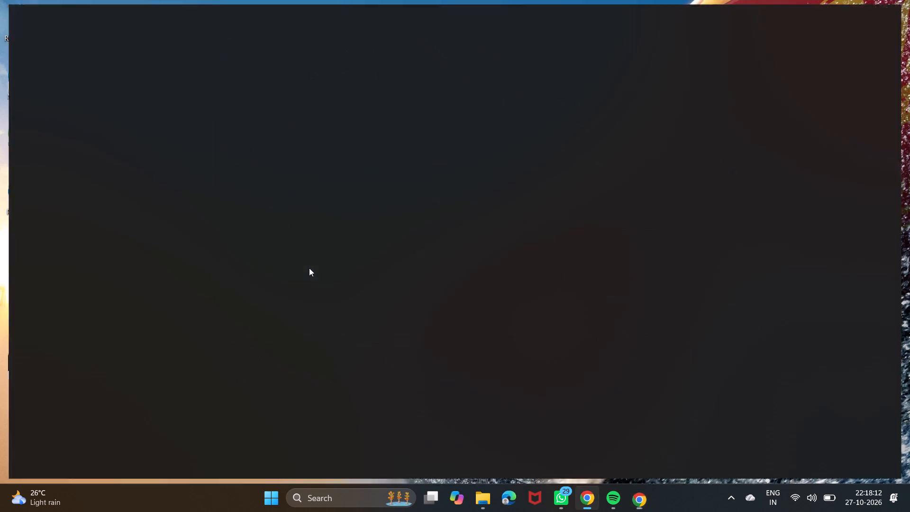
Search Google for "convert ppt to pdf" and open iLovePDF's PowerPoint to PDF converter.
left_click(337, 215)
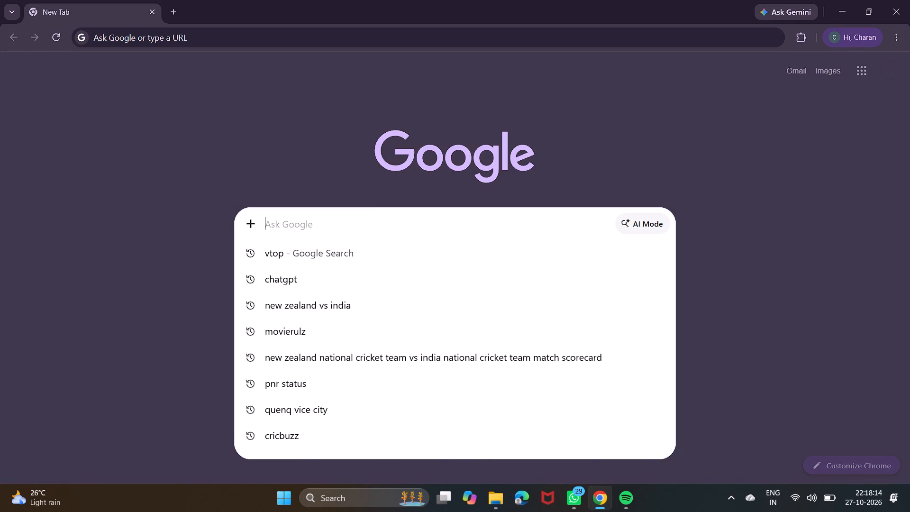
key("c")
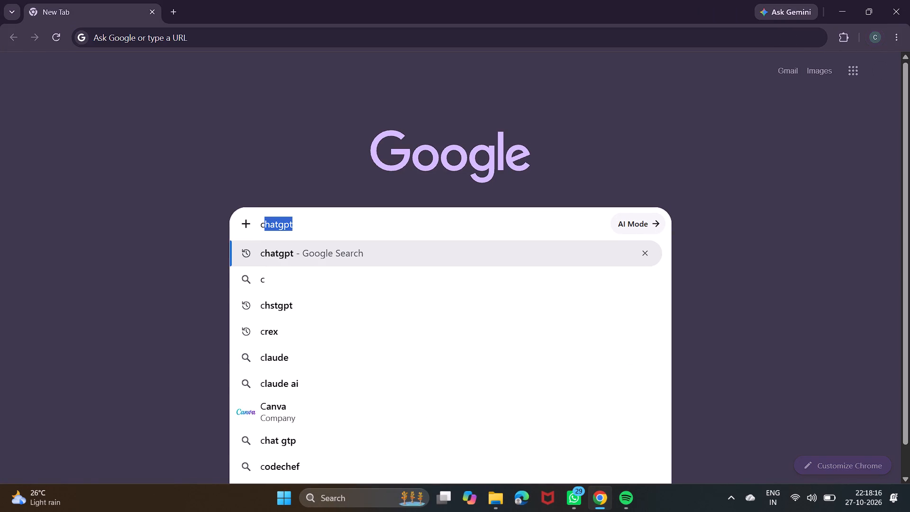
type("onvert ppt")
key("space")
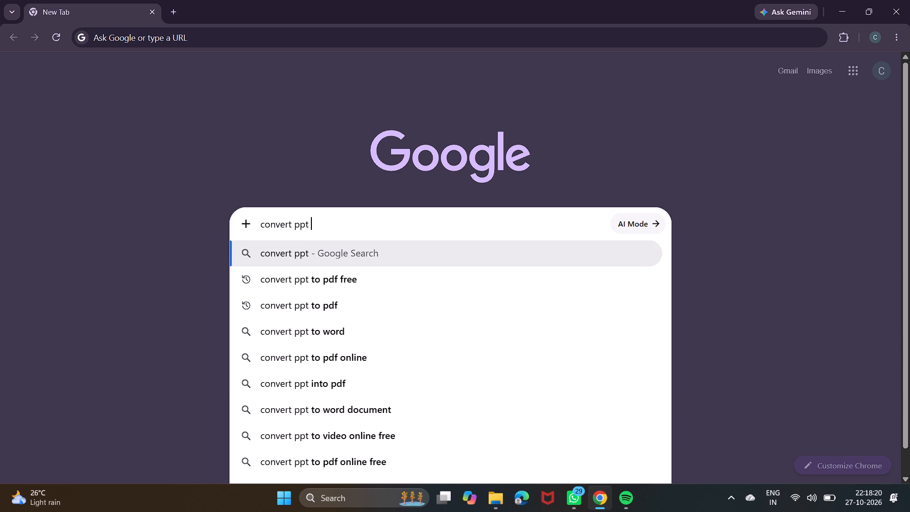
type("to pdf")
key("space")
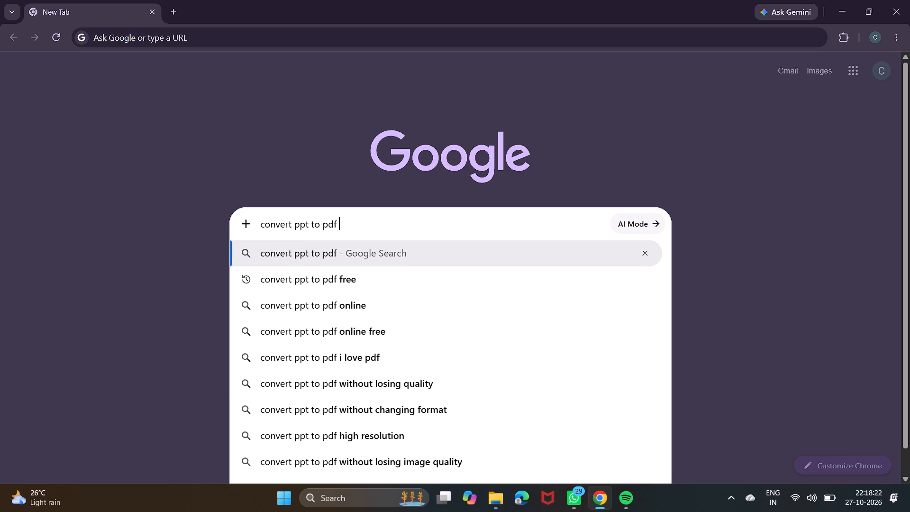
key("Return")
left_click(284, 183)
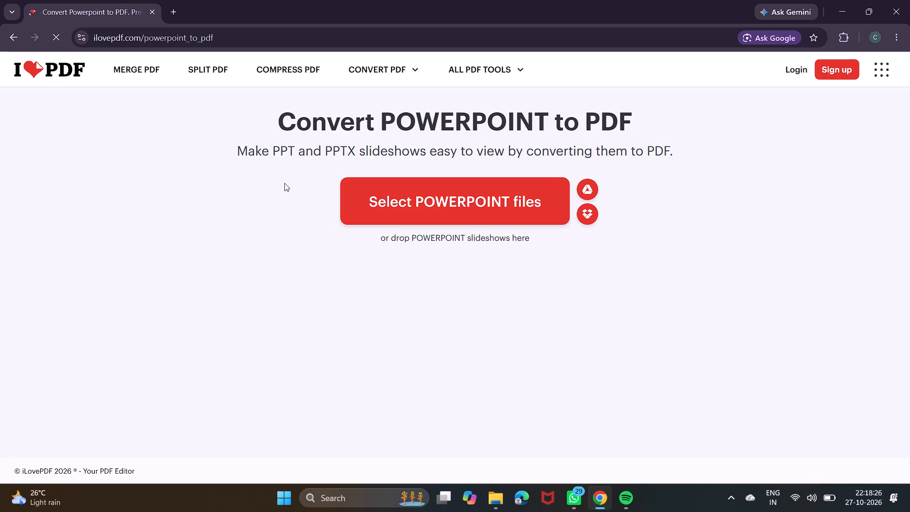
Upload the ECS_Review-3 presentation from the recent files to the PowerPoint to PDF converter.
left_click(467, 197)
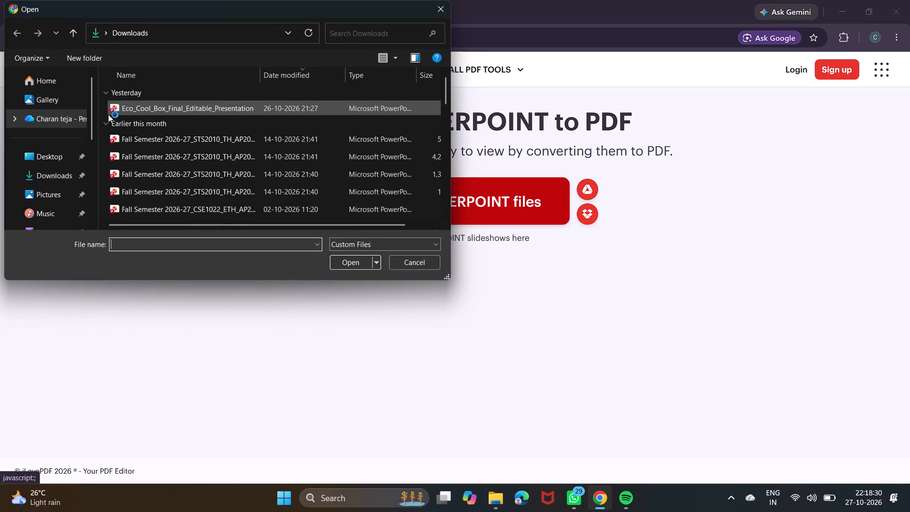
left_click(56, 76)
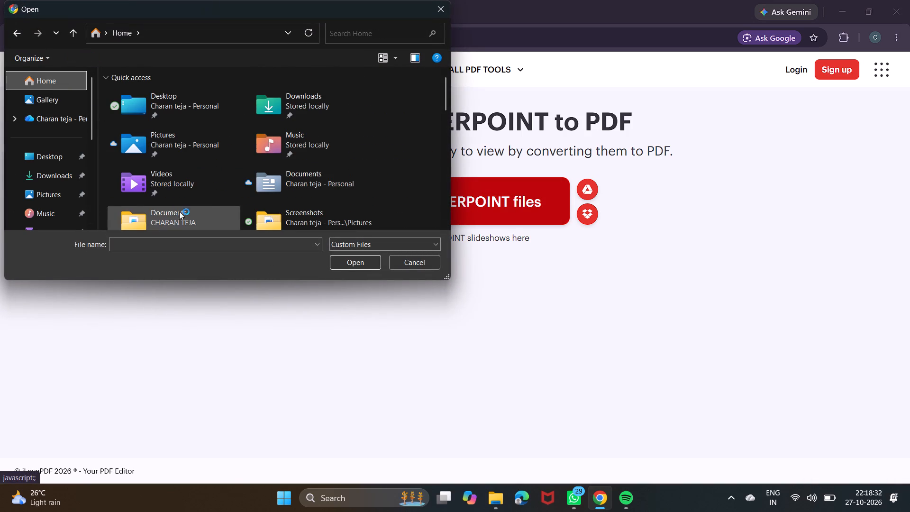
scroll(177, 145, "down", 2)
scroll(176, 146, "up", 2)
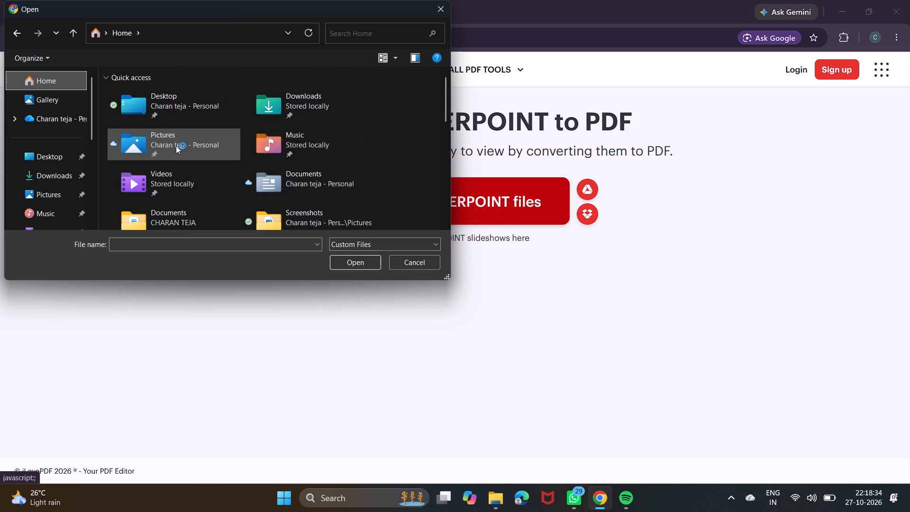
scroll(176, 146, "down", 2)
left_click(176, 133)
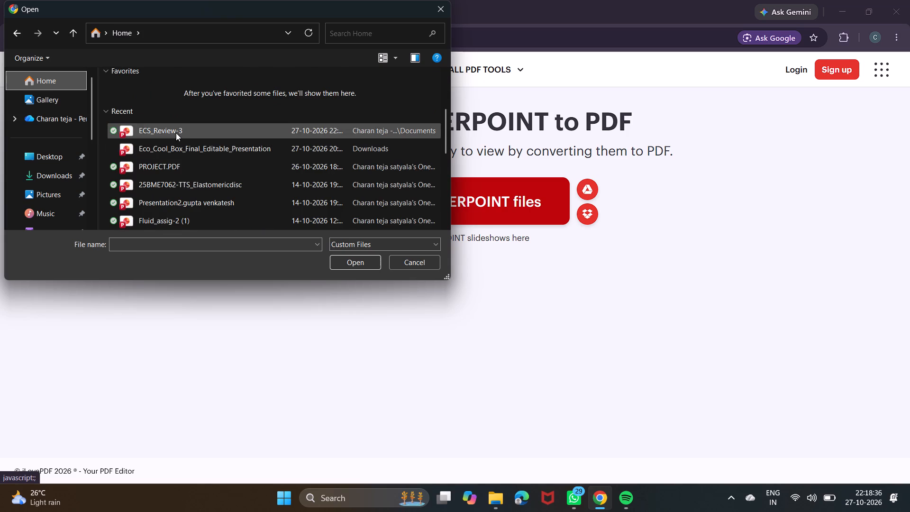
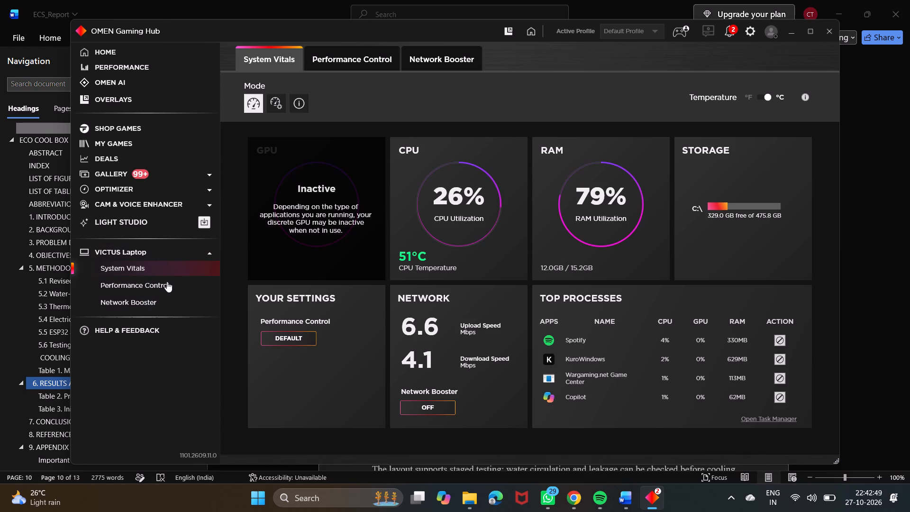
left_click(166, 282)
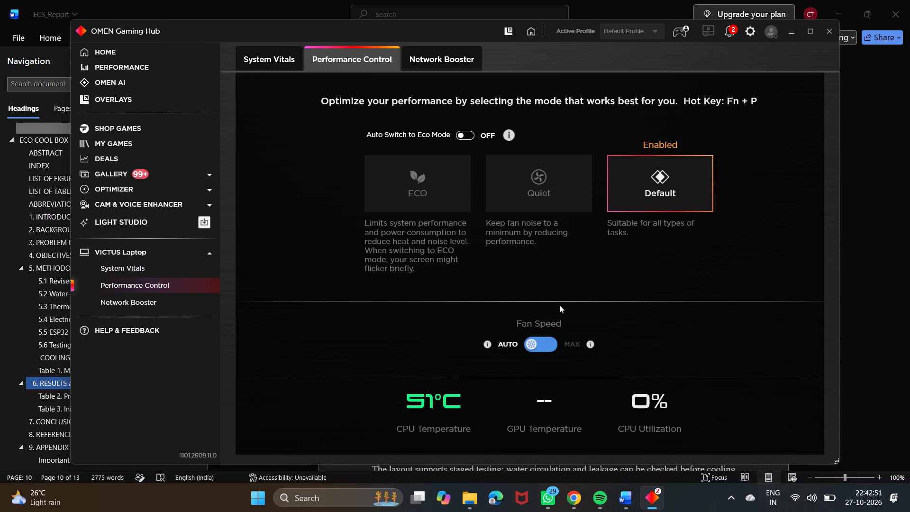
left_click(544, 336)
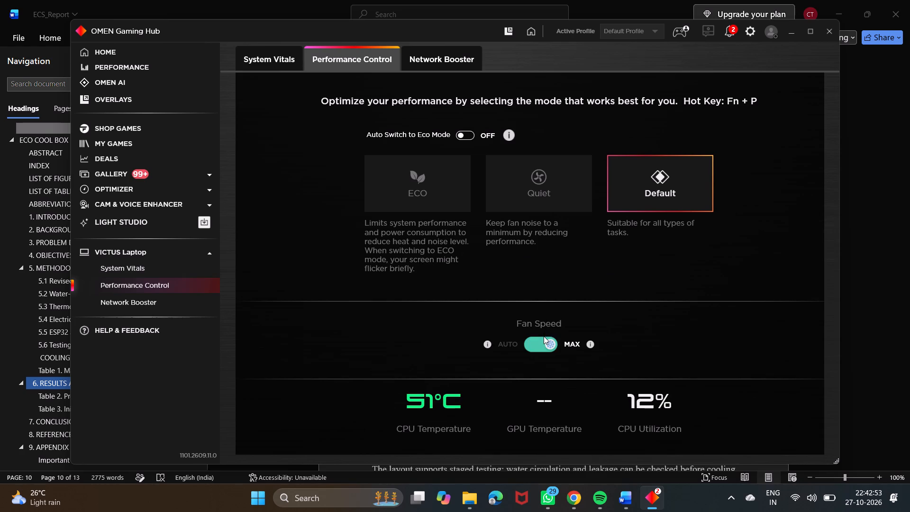
scroll(646, 351, "down", 3)
scroll(646, 351, "up", 3)
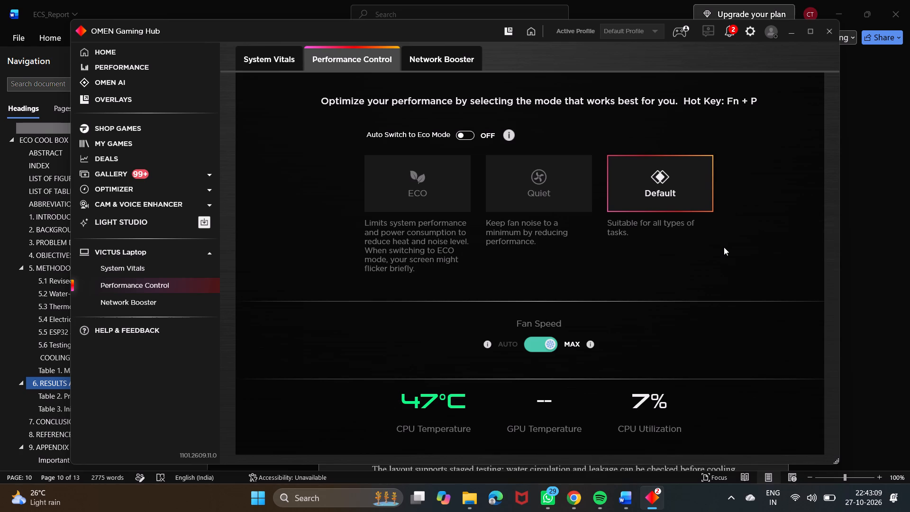
left_click(794, 29)
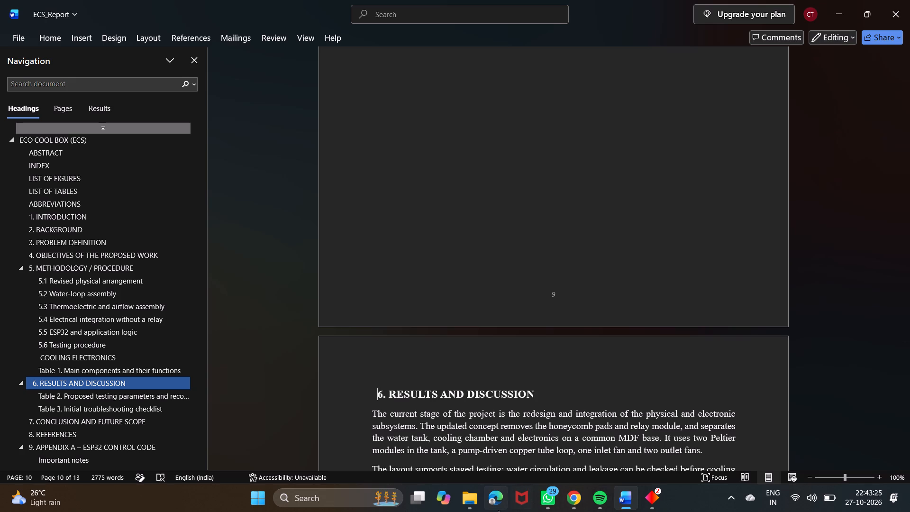
Switch to File Explorer and open the ECS_Review-2 PDF from the Downloads folder.
left_click(470, 502)
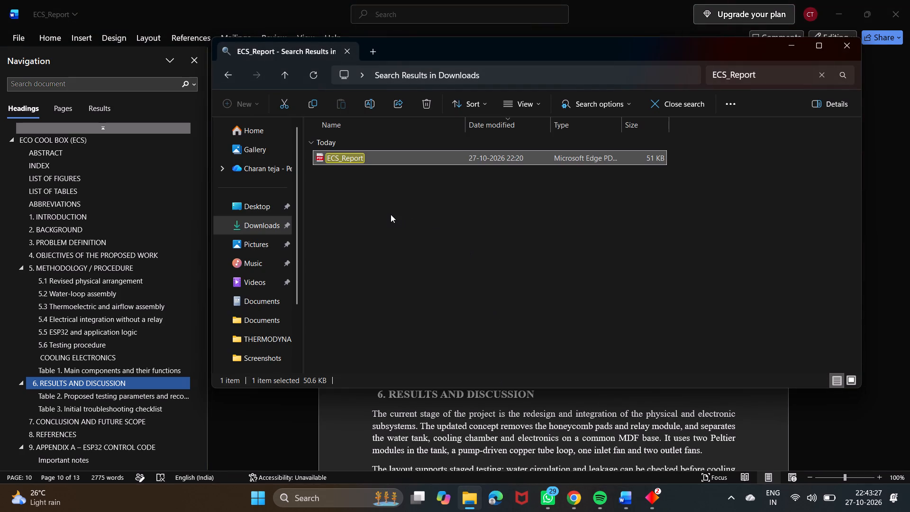
left_click(391, 214)
left_click(262, 229)
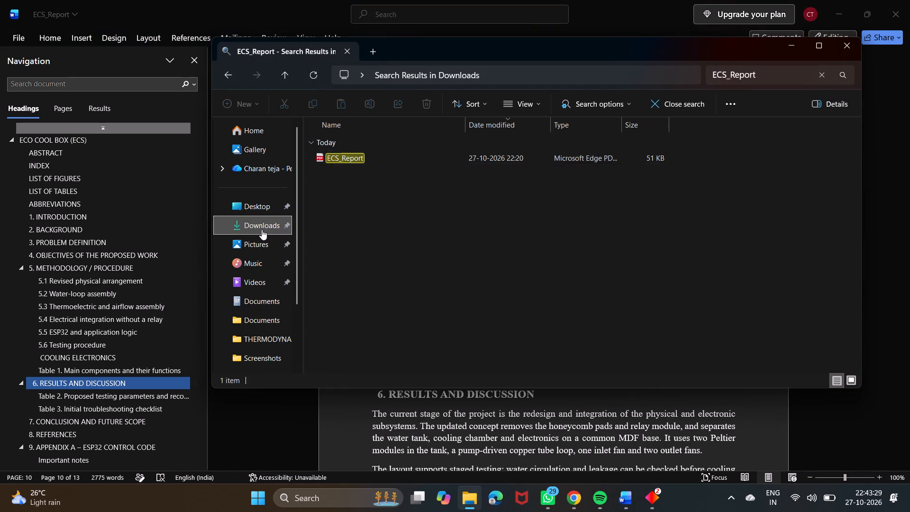
scroll(383, 251, "down", 1)
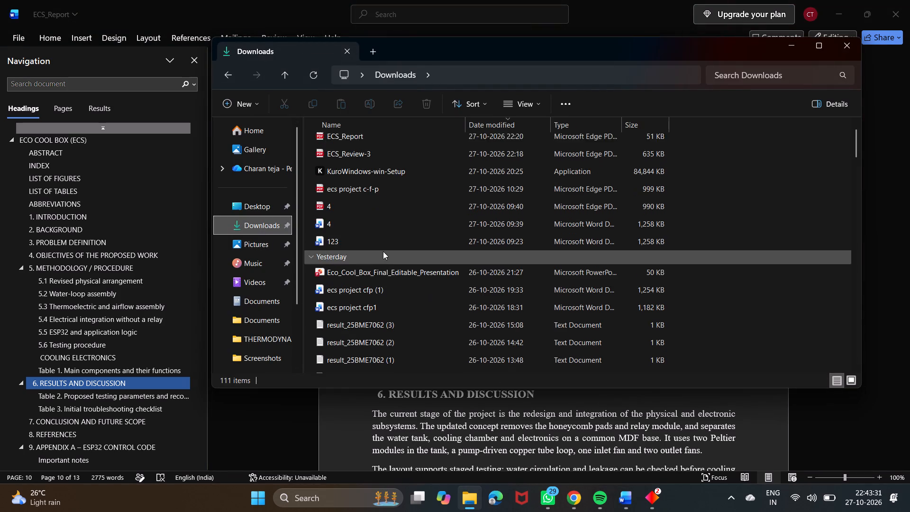
scroll(383, 251, "down", 2)
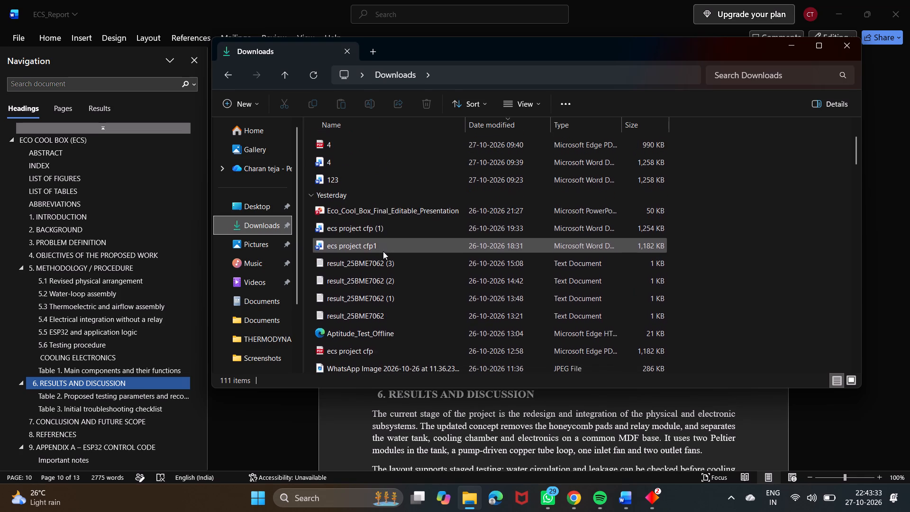
scroll(383, 251, "down", 3)
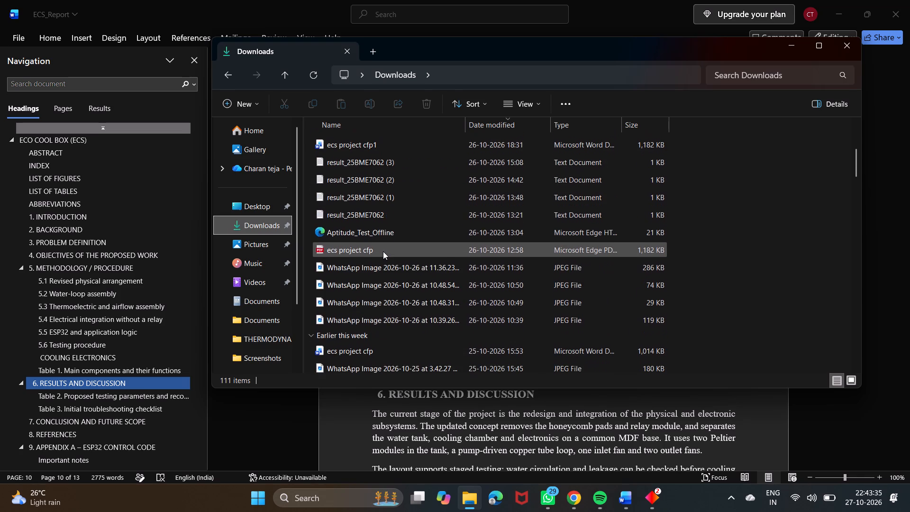
scroll(383, 251, "down", 3)
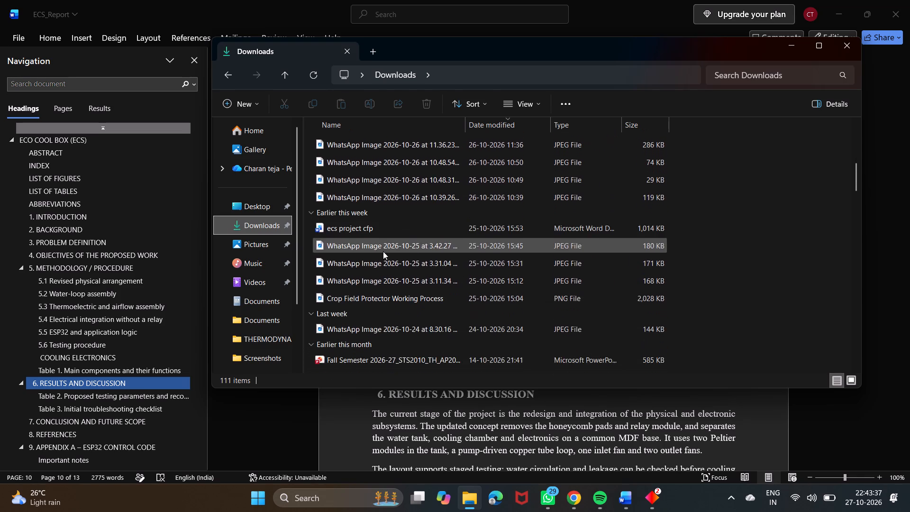
scroll(383, 251, "down", 3)
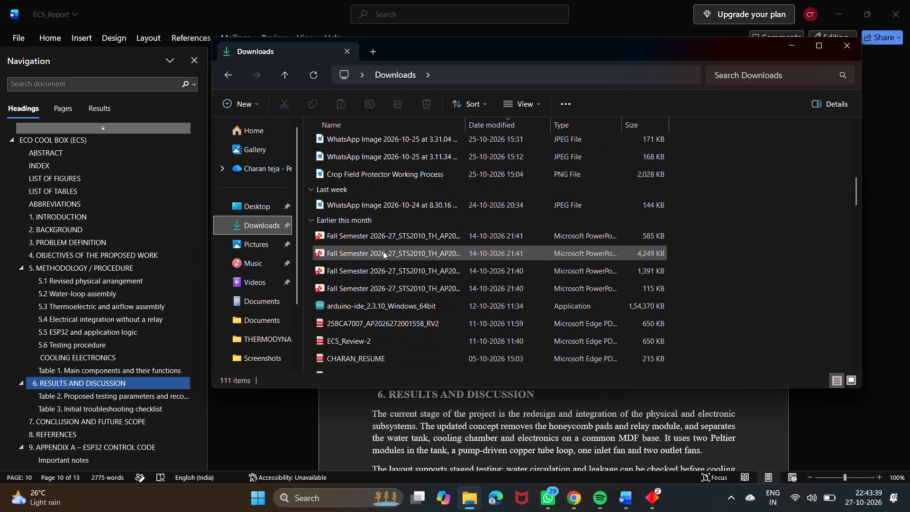
scroll(383, 251, "down", 2)
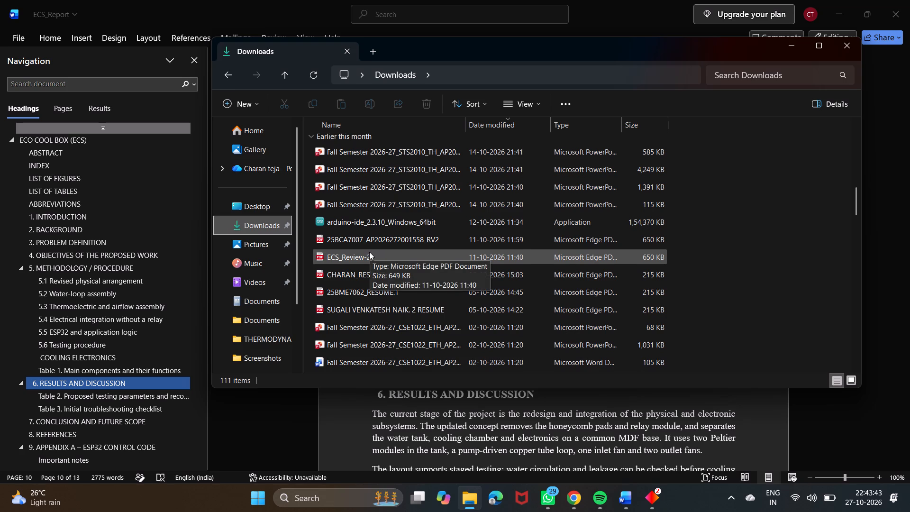
double_click(369, 252)
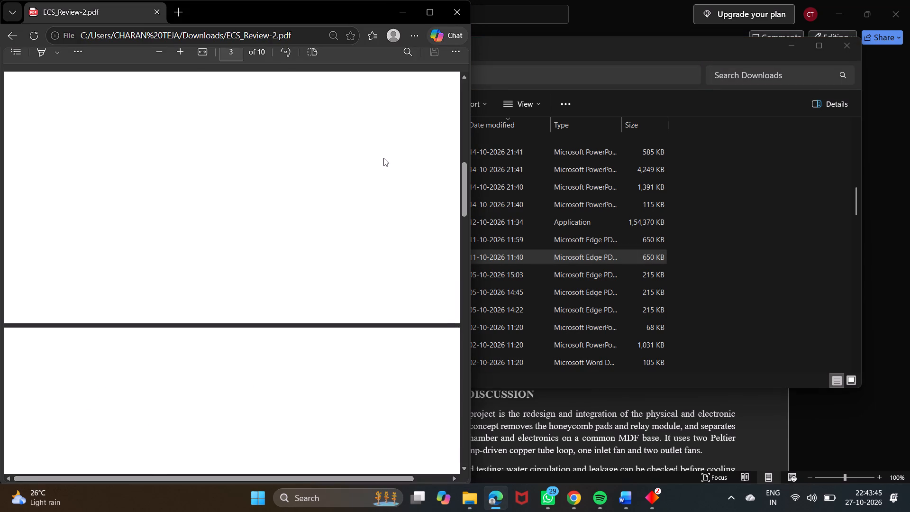
Capture a screenshot of the ECS_Review-2 photo showing the wired cooling prototype beside the bench power supply.
scroll(350, 269, "up", 6)
scroll(350, 269, "down", 4)
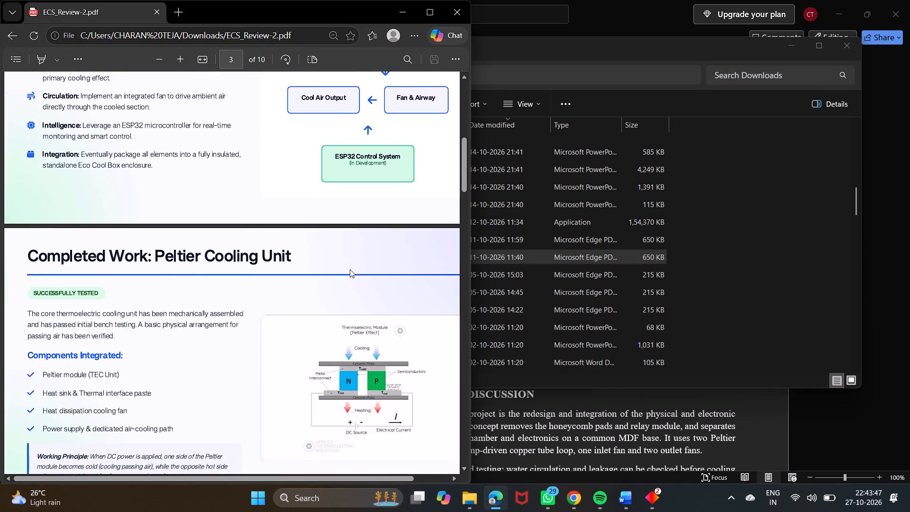
scroll(350, 269, "down", 8)
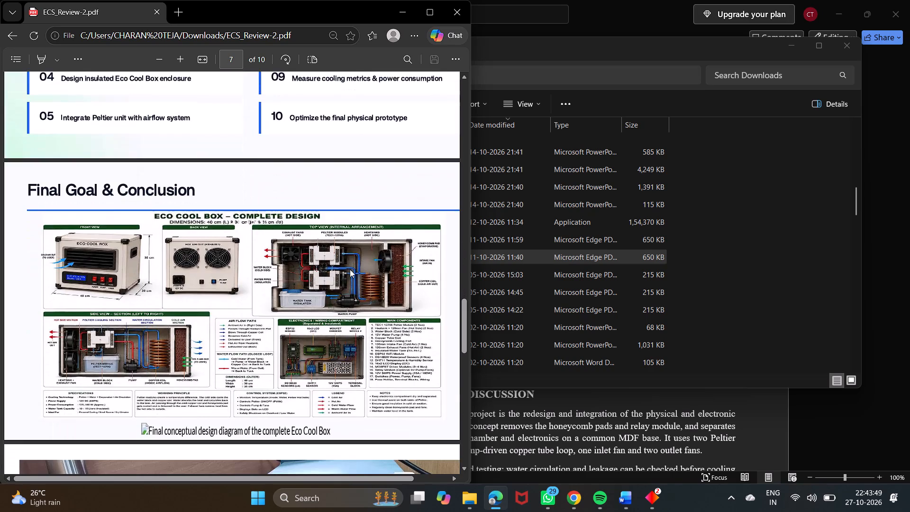
scroll(350, 269, "down", 3)
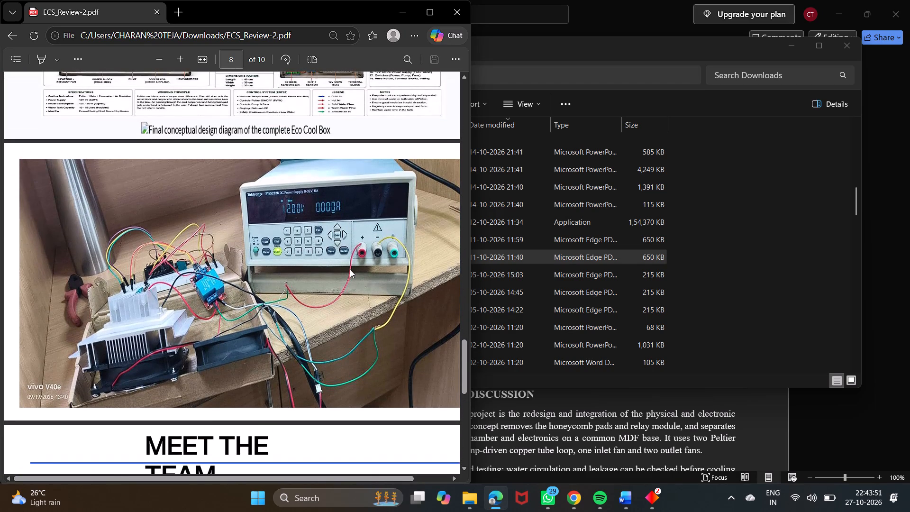
left_click(435, 9)
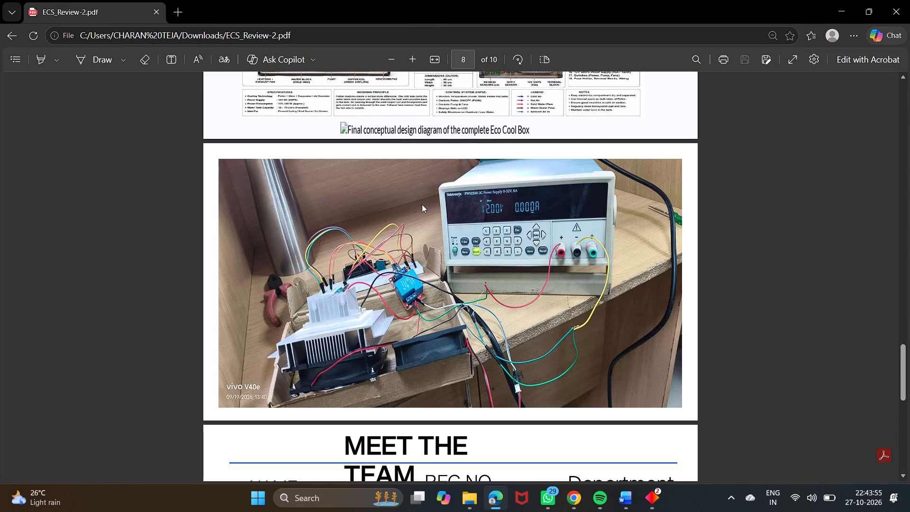
key("Print")
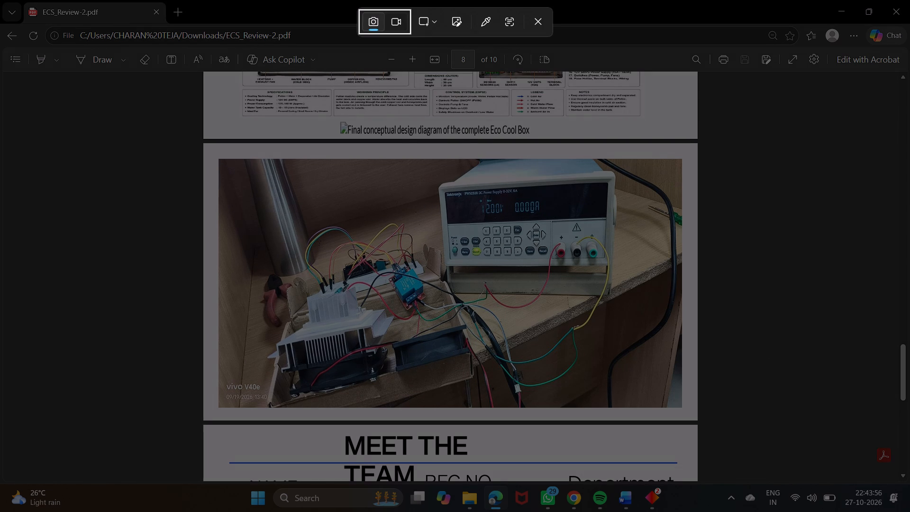
left_click_drag(216, 156, 608, 188)
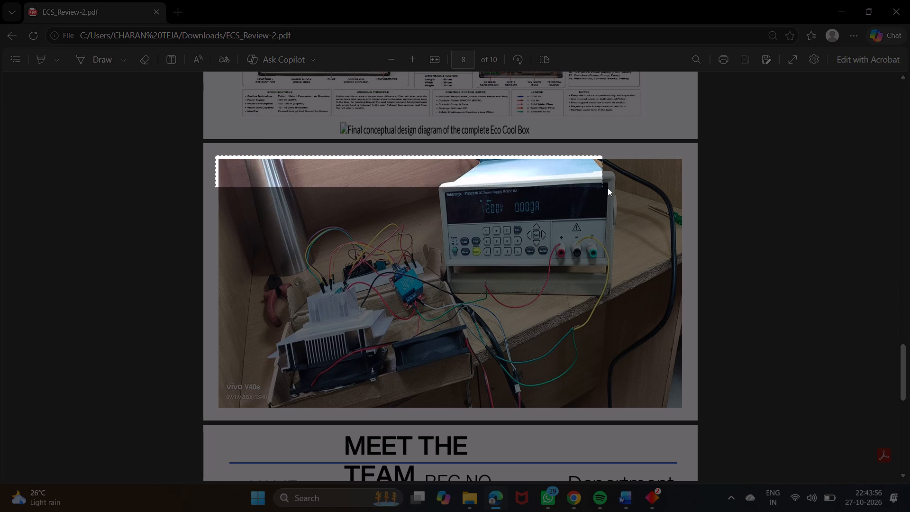
left_click_drag(608, 188, 691, 405)
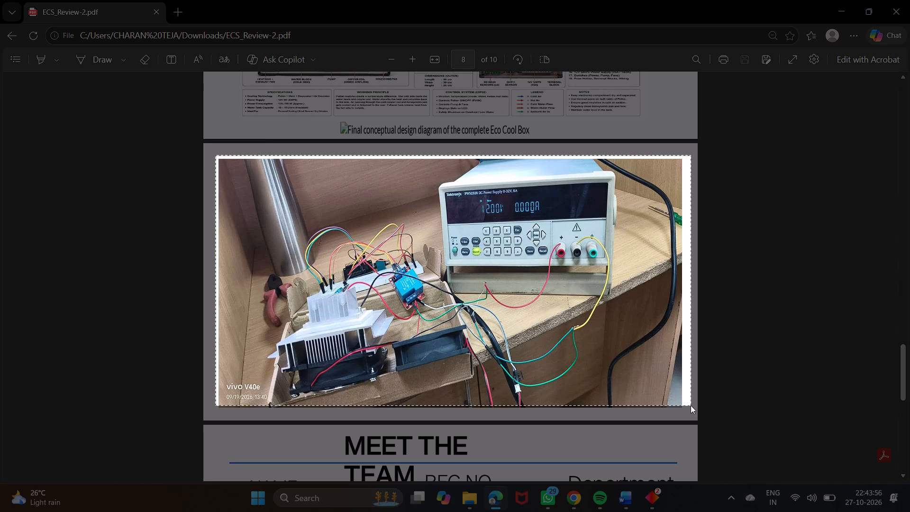
left_click_drag(691, 405, 682, 408)
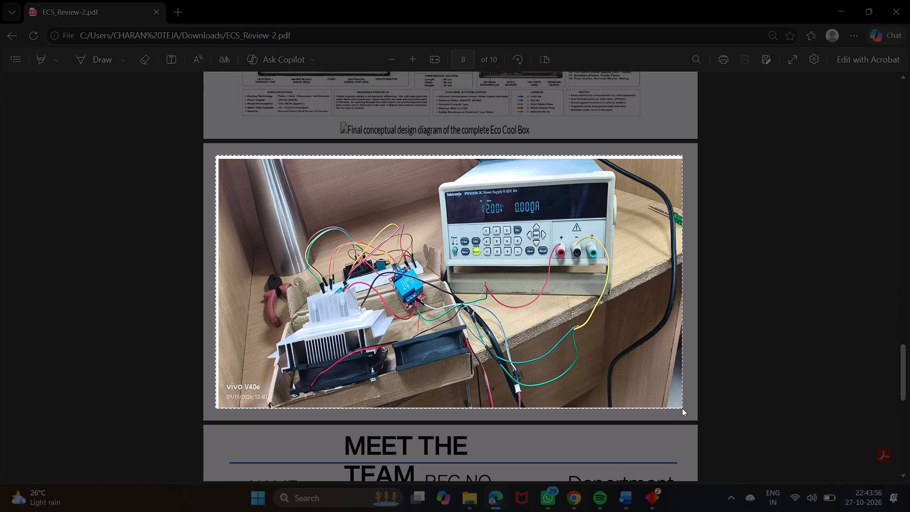
left_click_drag(682, 408, 687, 414)
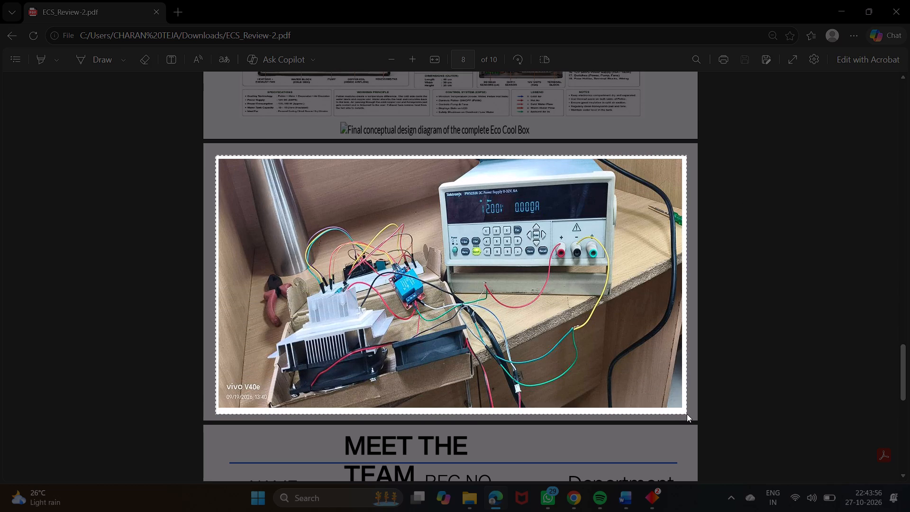
left_click_drag(687, 414, 684, 413)
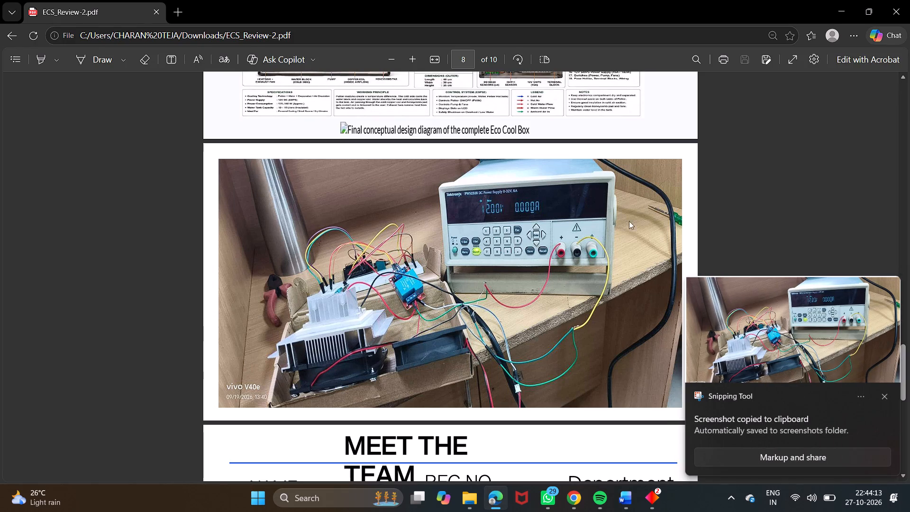
Return to ECS_Report in Word and go to the blank page following Table 1.
left_click(839, 3)
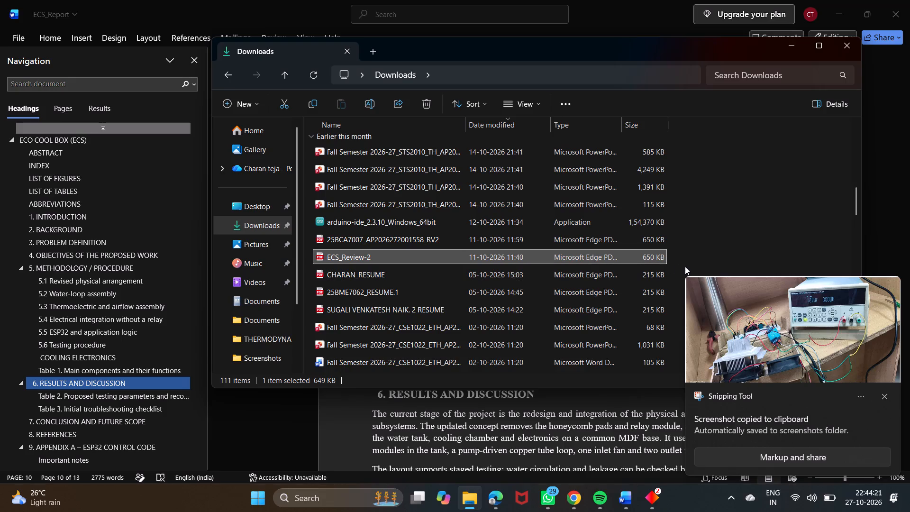
left_click(786, 39)
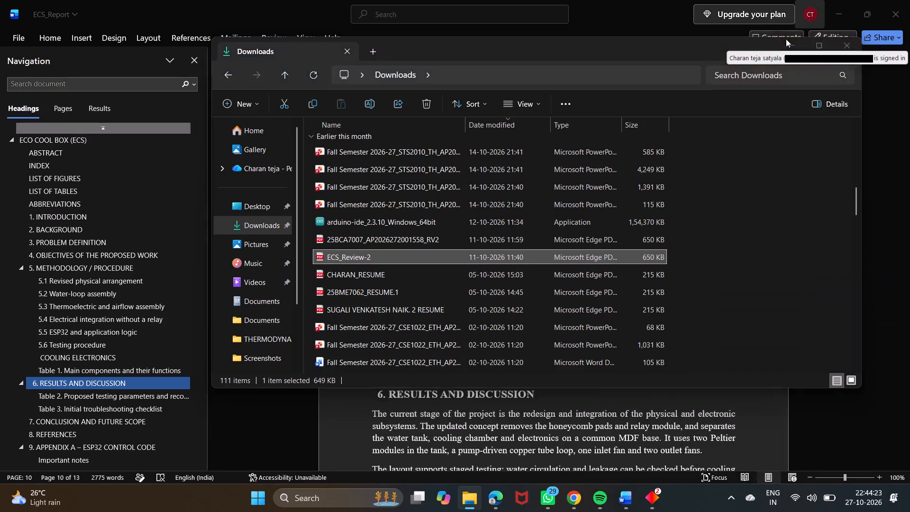
scroll(531, 216, "up", 1)
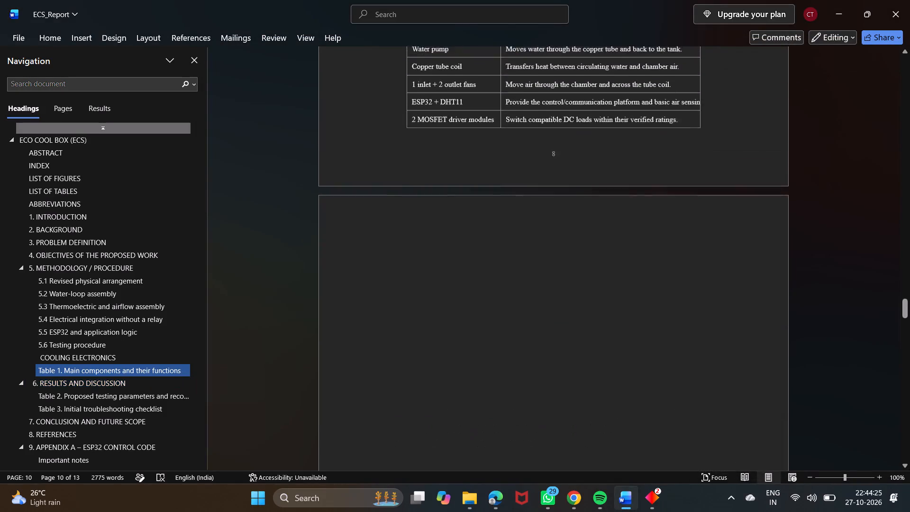
scroll(531, 216, "up", 1)
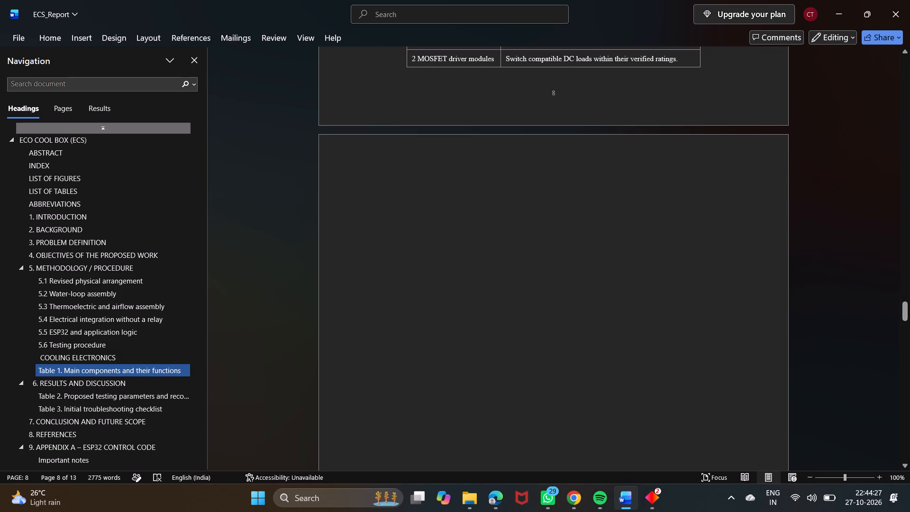
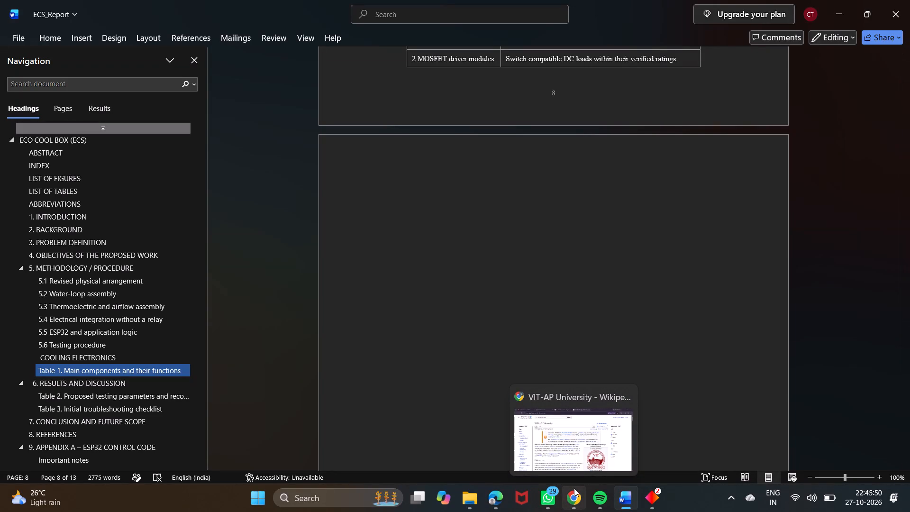
Switch to Chrome, search for vtop in a new tab, and open the VIT-AP VTOP portal.
left_click(574, 488)
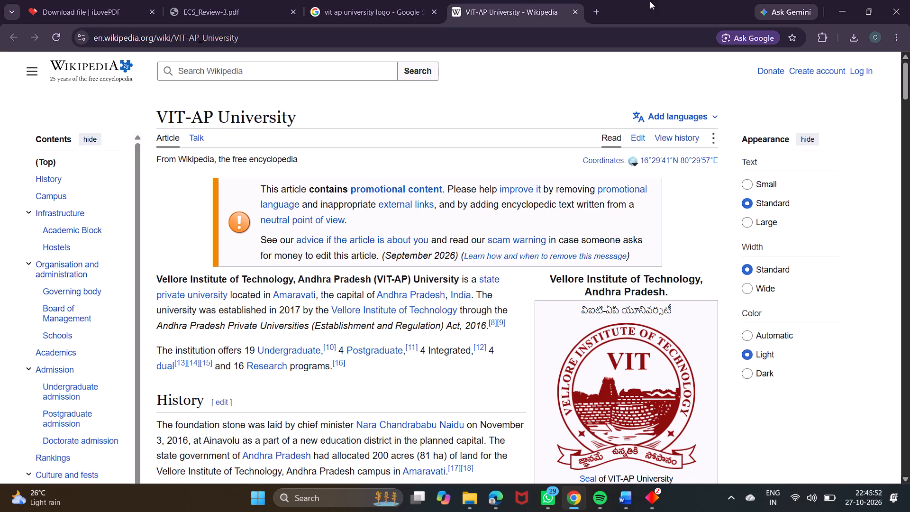
left_click(596, 10)
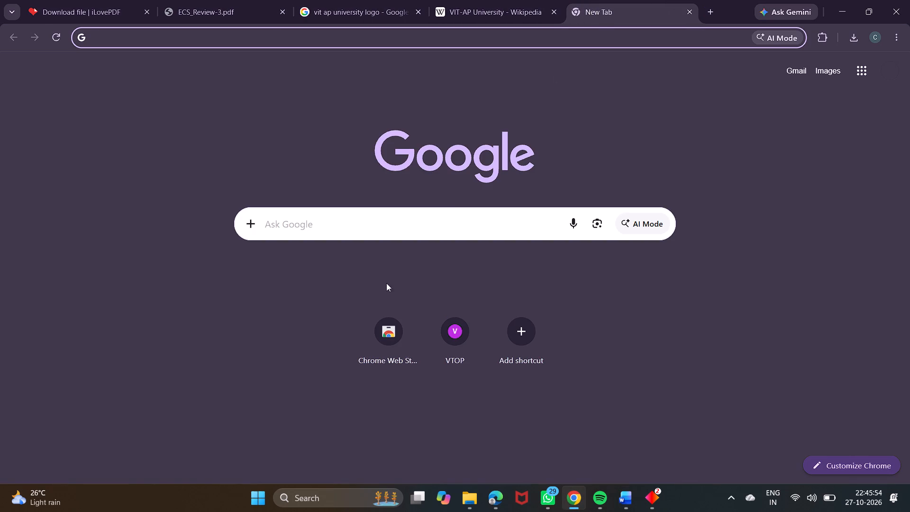
left_click(355, 232)
left_click(300, 256)
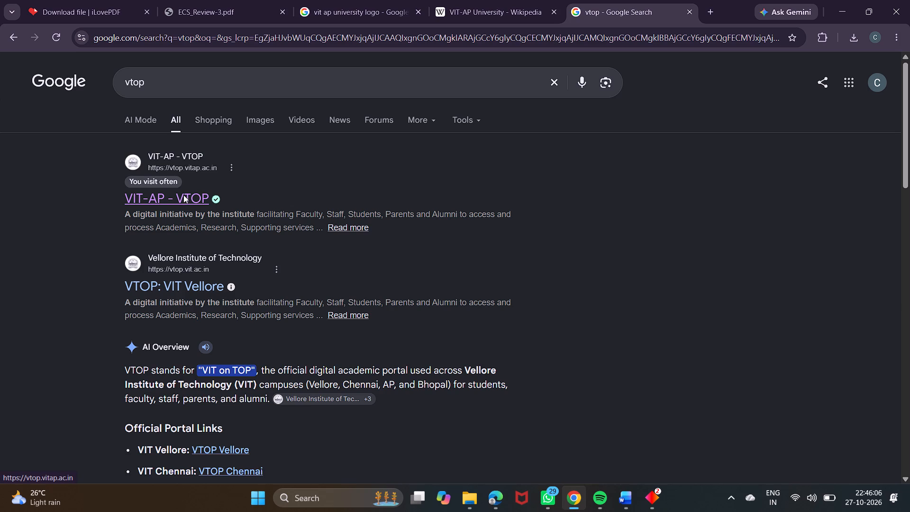
left_click(183, 195)
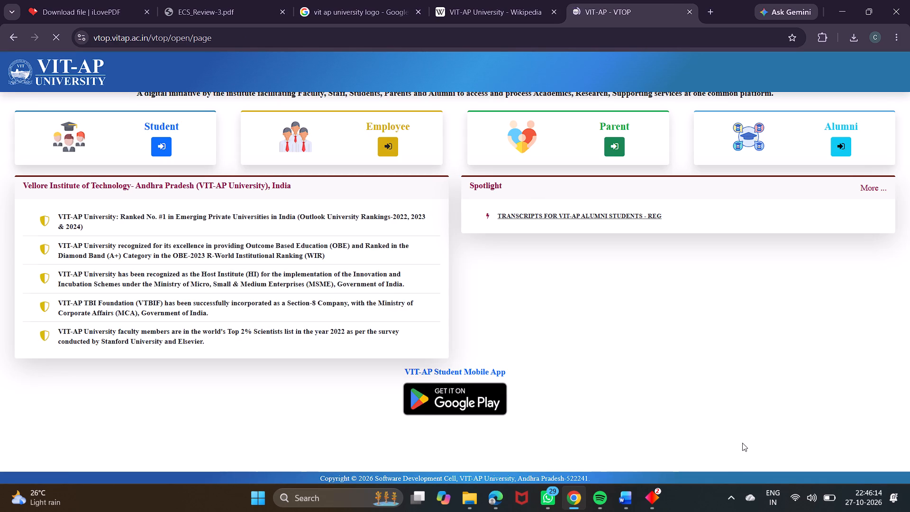
Show the hidden background app icons in the system tray.
left_click(730, 497)
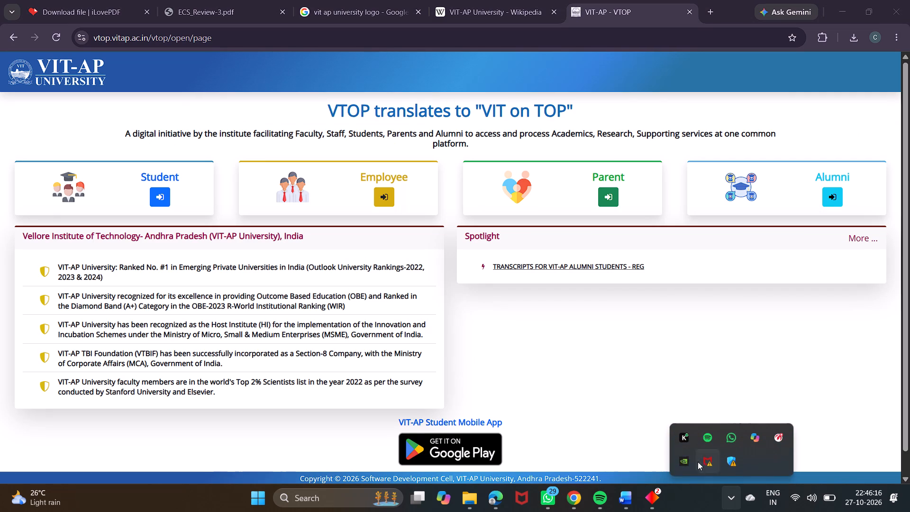